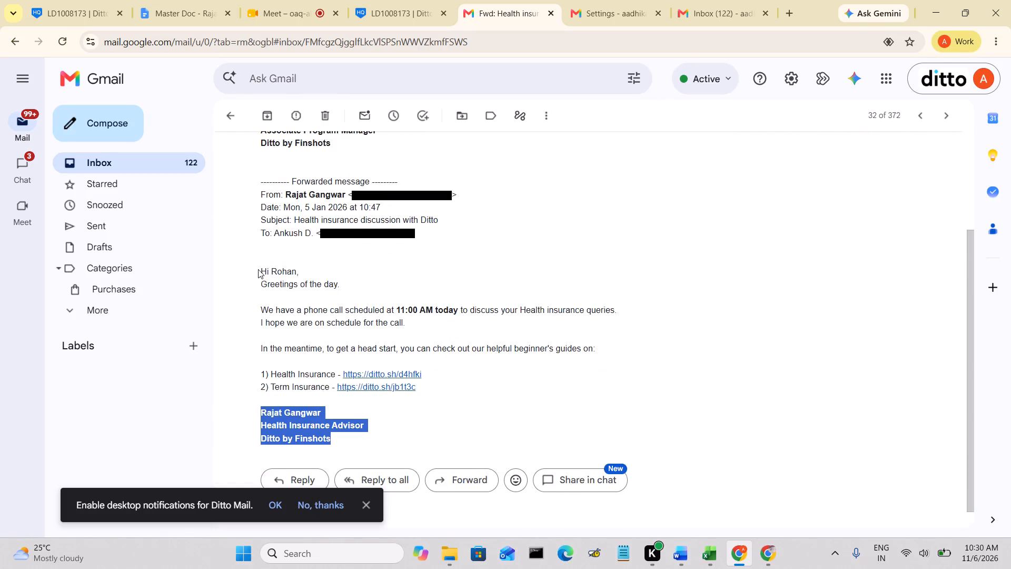
{"action": "left_click", "coordinate": [456, 554]}
{"action": "scroll", "coordinate": [572, 409], "scroll_direction": "down", "scroll_amount": 5}
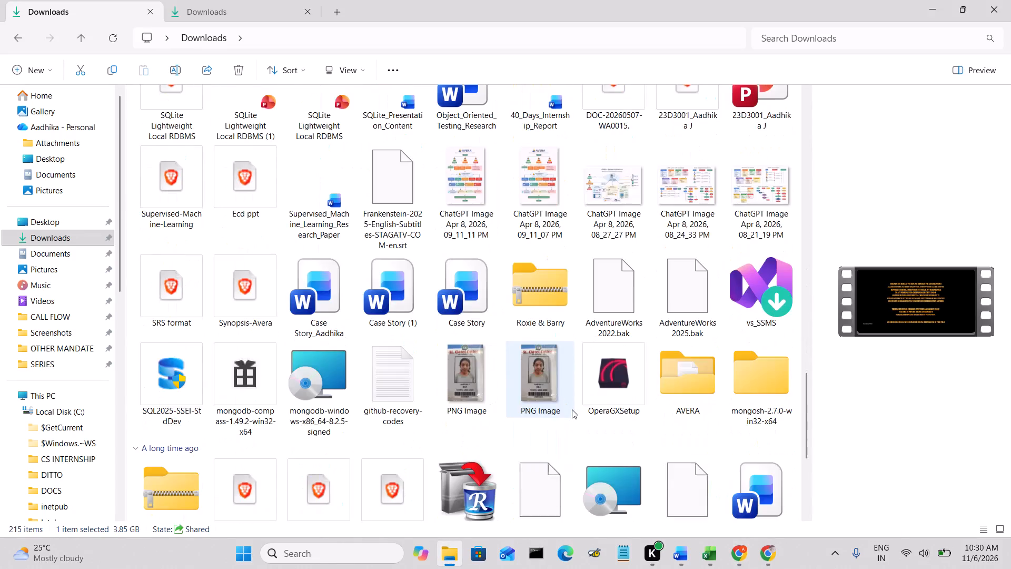
{"action": "double_click", "coordinate": [57, 328]}
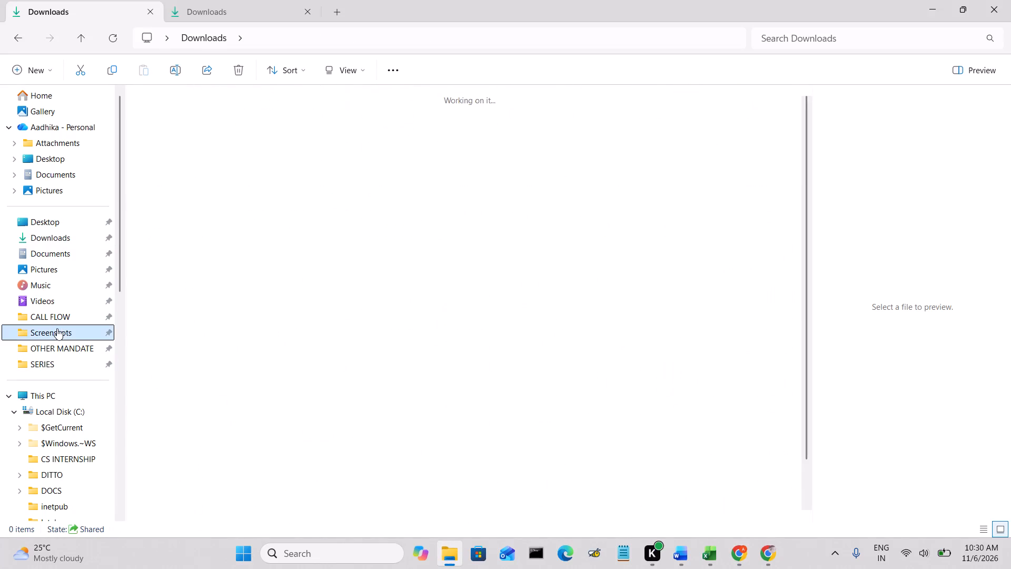
{"action": "scroll", "coordinate": [330, 406], "scroll_direction": "down", "scroll_amount": 1}
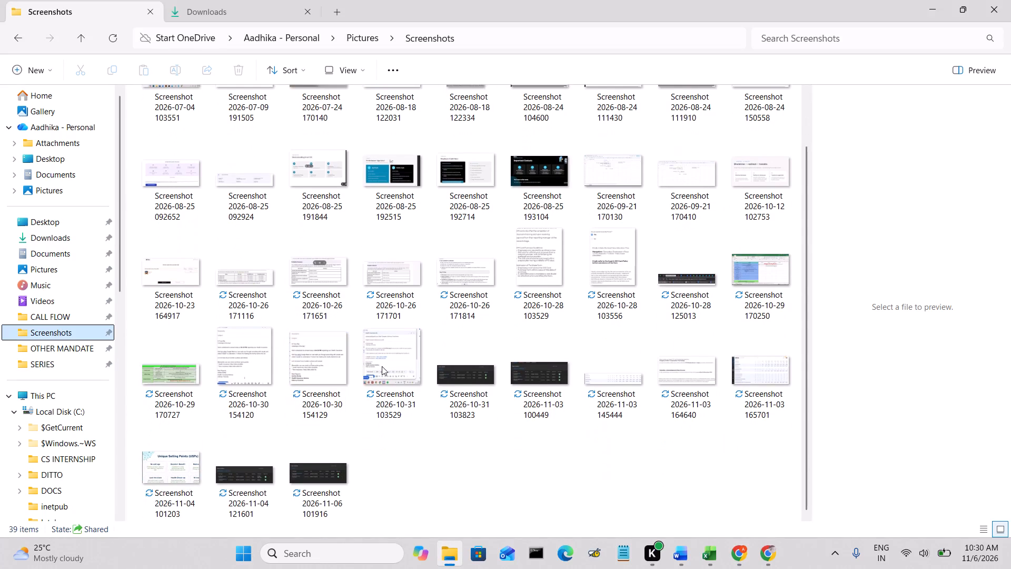
{"action": "double_click", "coordinate": [382, 366]}
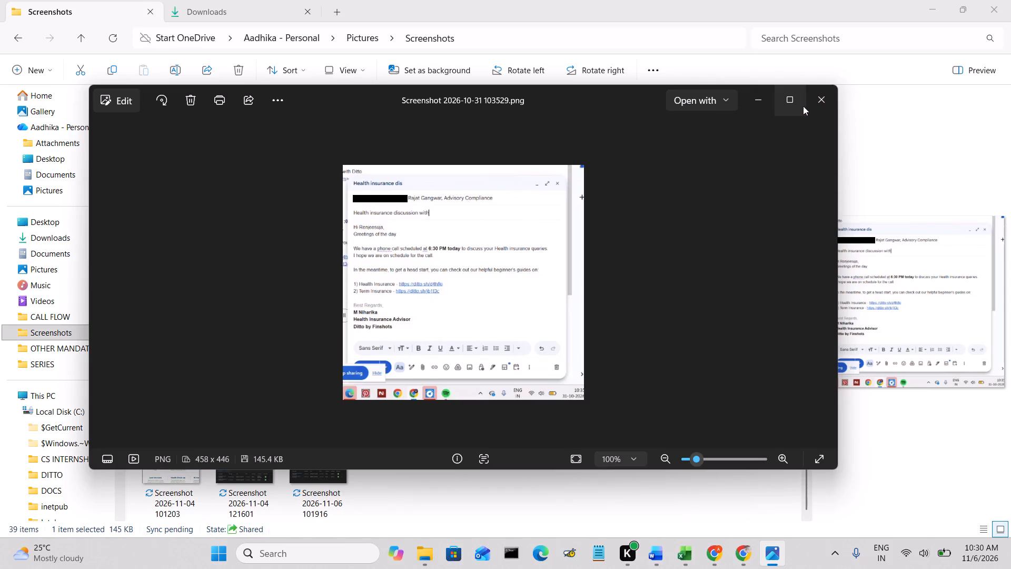
{"action": "left_click", "coordinate": [820, 100]}
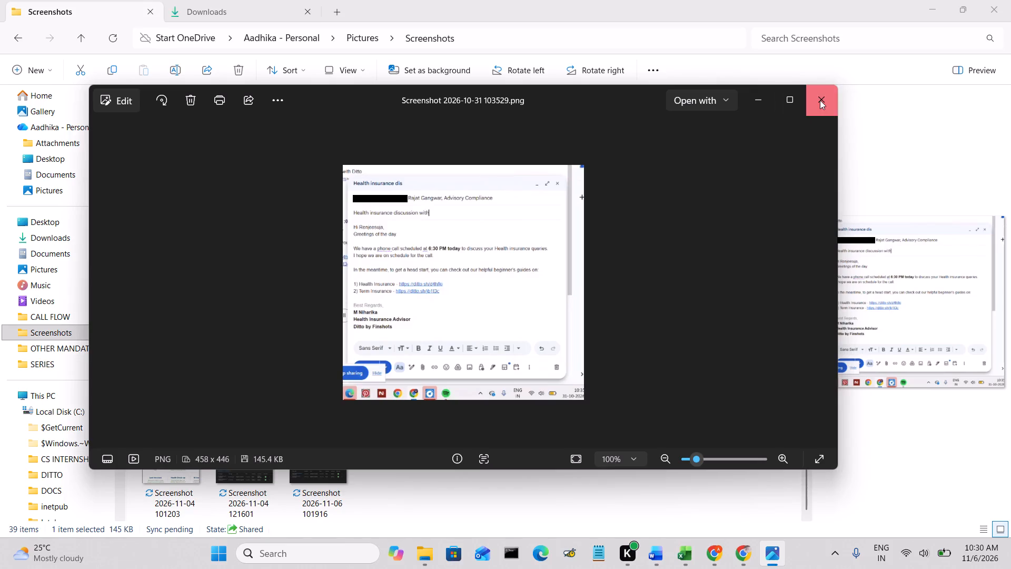
{"action": "double_click", "coordinate": [327, 351]}
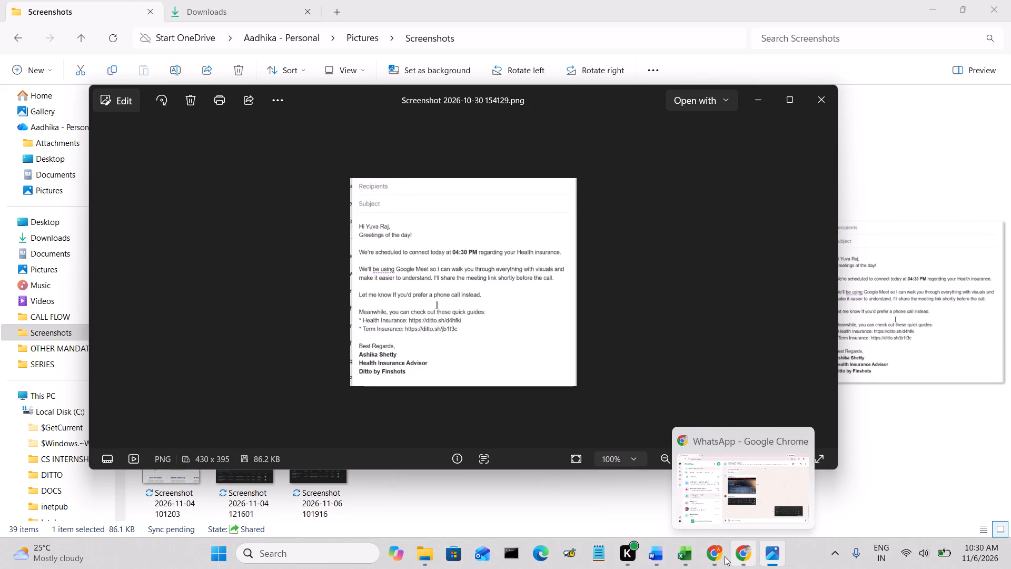
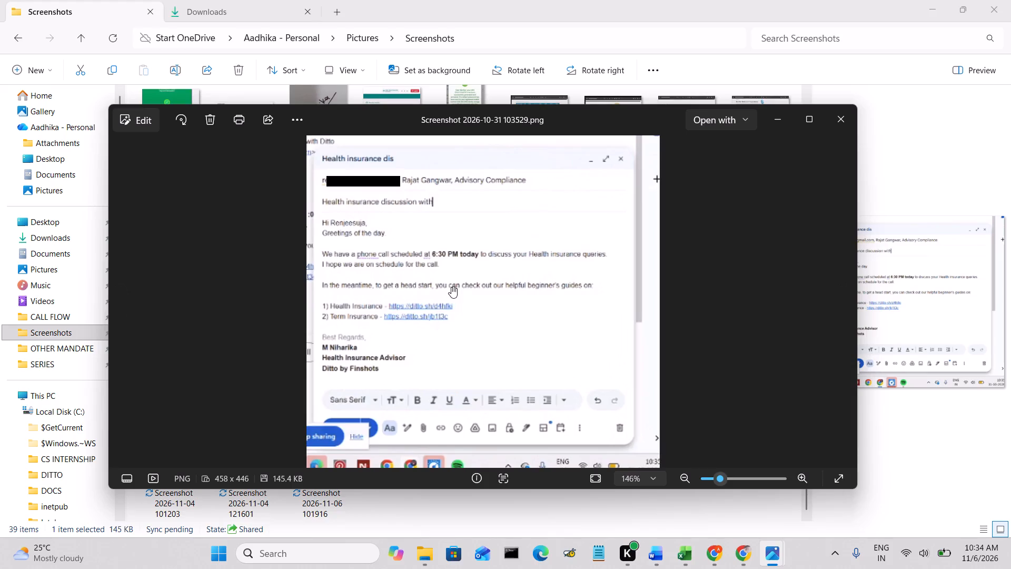
Close the current email screenshot and open Screenshot 2026-10-30 154129.png from the Screenshots folder to check its email wording.
{"action": "scroll", "coordinate": [451, 287], "scroll_direction": "down", "scroll_amount": 1, "text": "ctrl"}
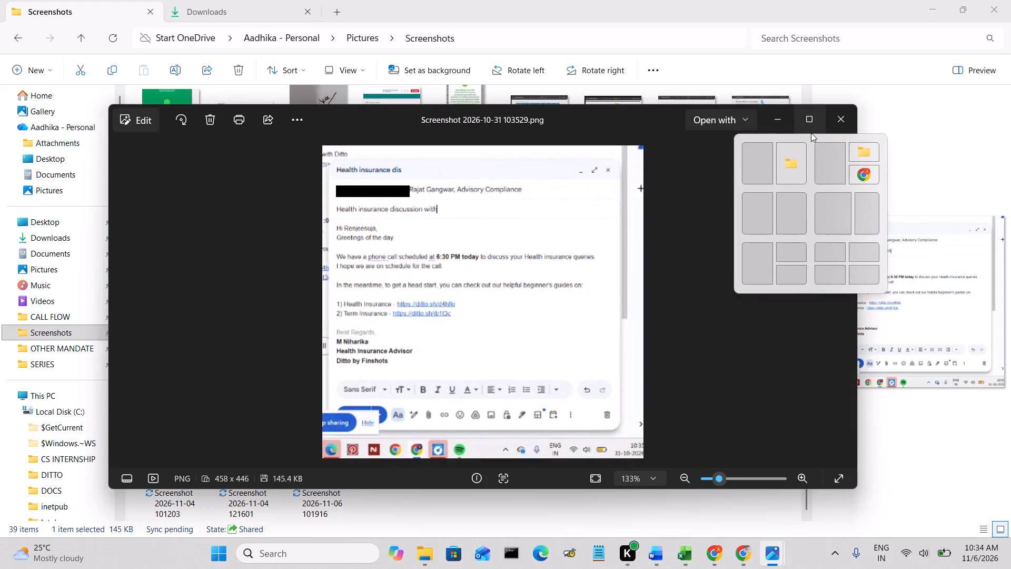
{"action": "left_click", "coordinate": [838, 119]}
{"action": "double_click", "coordinate": [285, 408]}
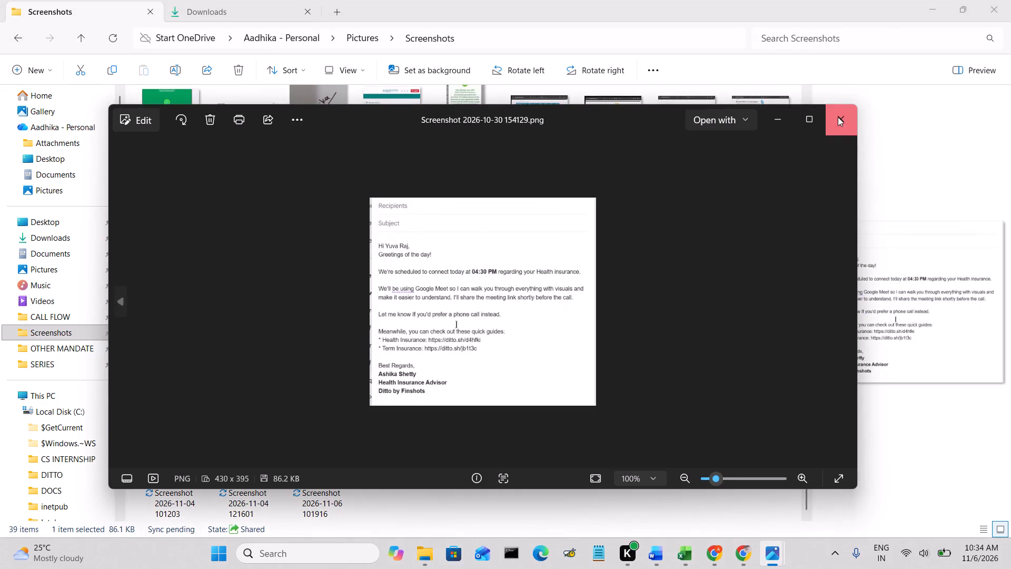
{"action": "left_click", "coordinate": [838, 117]}
{"action": "double_click", "coordinate": [242, 387]}
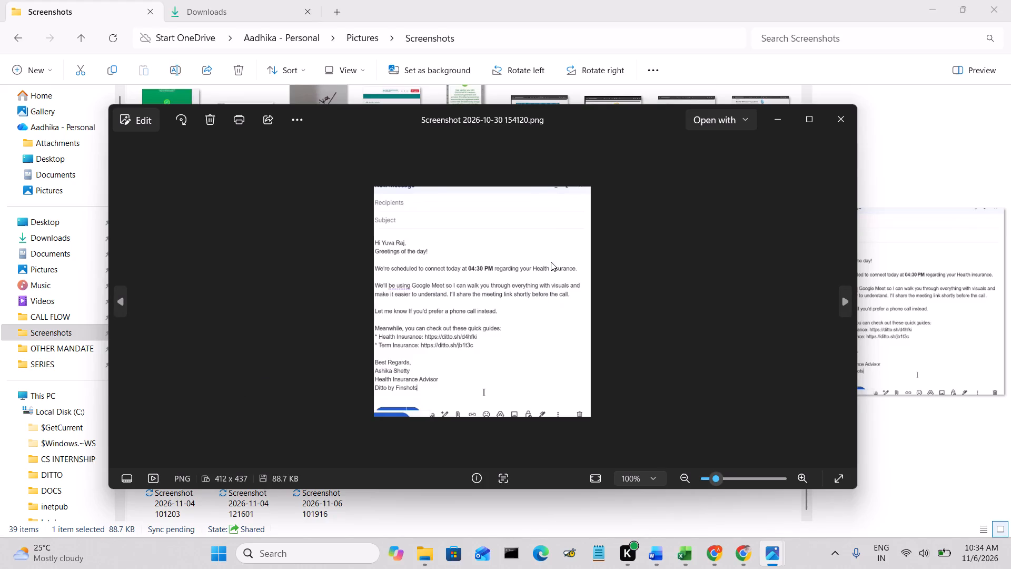
{"action": "left_click", "coordinate": [841, 115]}
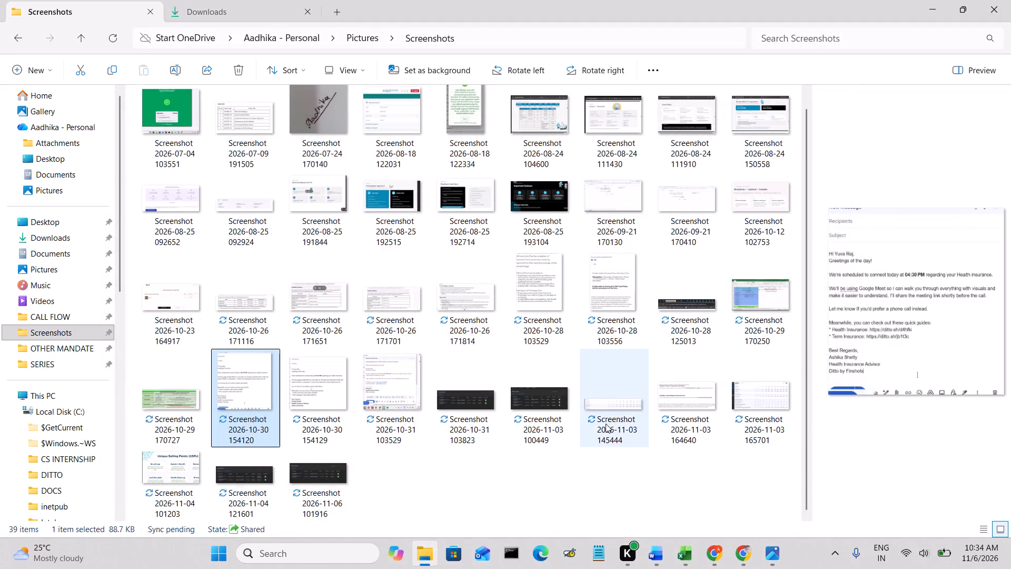
{"action": "double_click", "coordinate": [406, 407]}
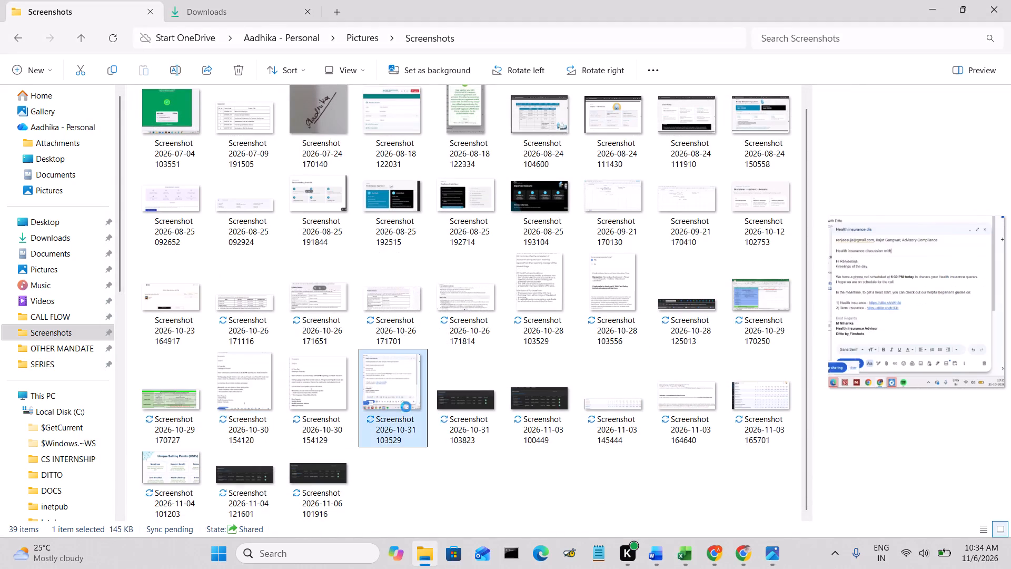
{"action": "left_click", "coordinate": [840, 122]}
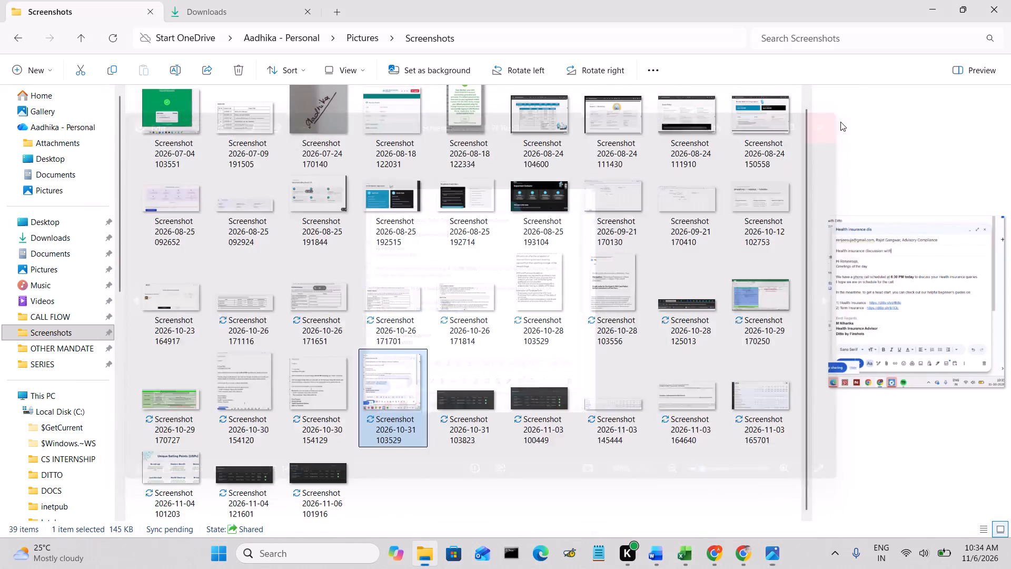
{"action": "double_click", "coordinate": [607, 296]}
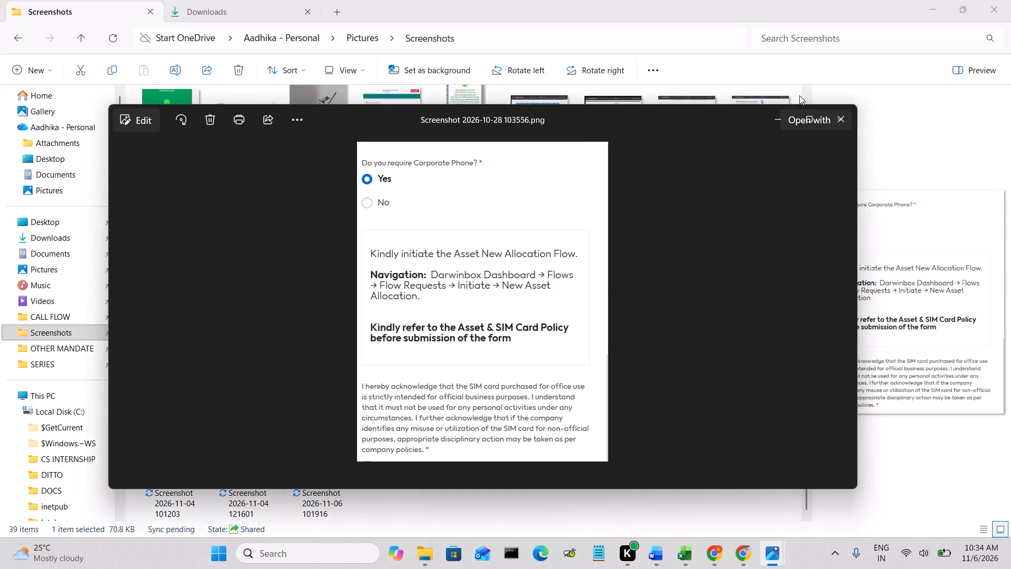
{"action": "left_click", "coordinate": [830, 121]}
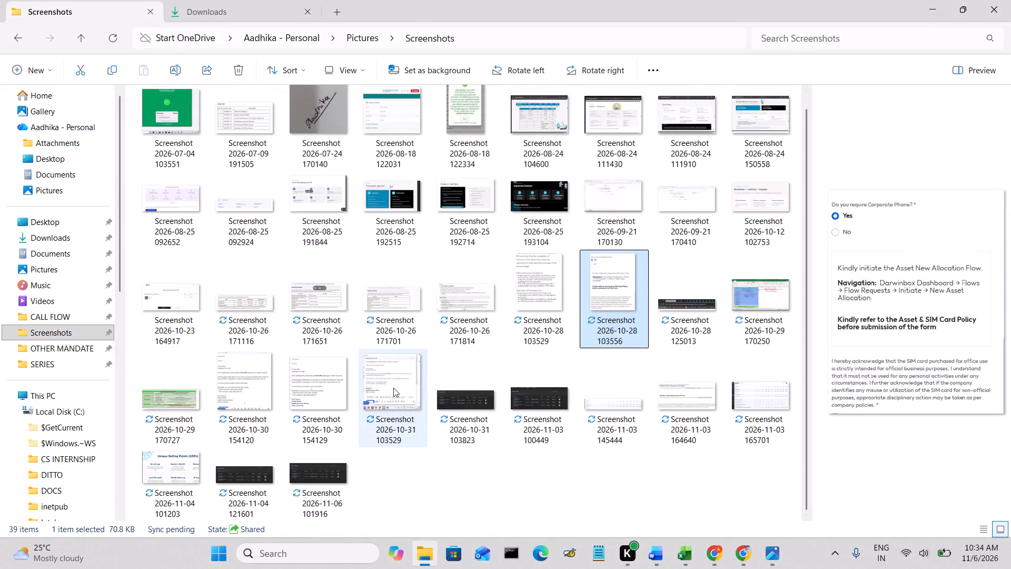
Open Screenshot 2026-10-31 103529.png from the Screenshots folder to read its health insurance email's subject, wording and signature.
{"action": "double_click", "coordinate": [387, 389]}
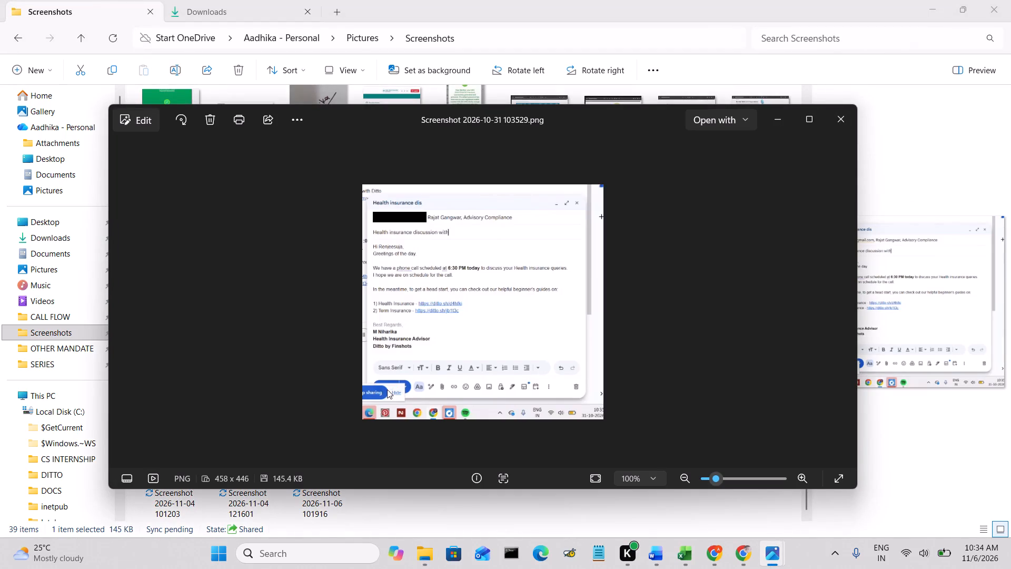
{"action": "scroll", "coordinate": [415, 323], "scroll_direction": "up", "scroll_amount": 3, "text": "ctrl"}
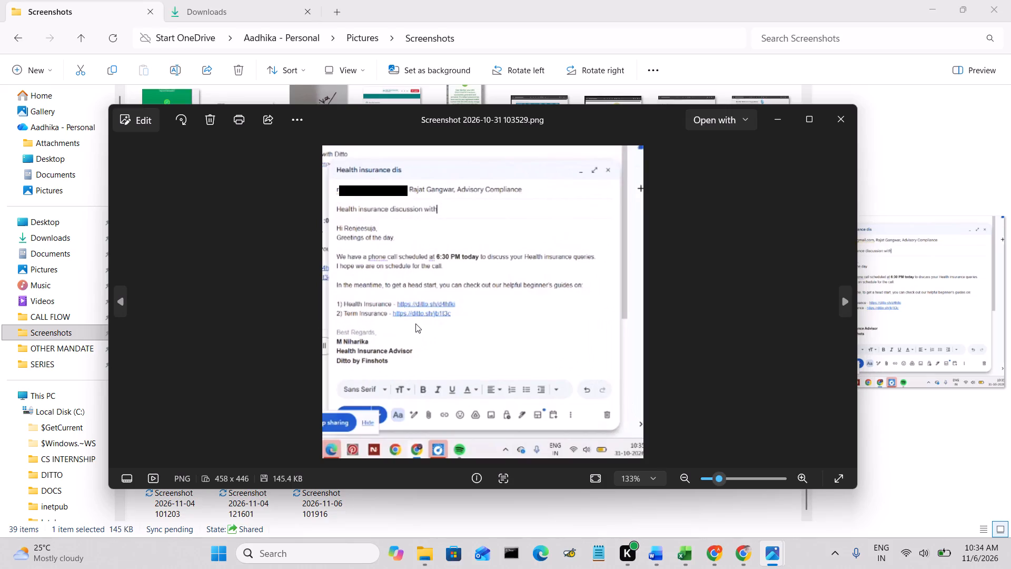
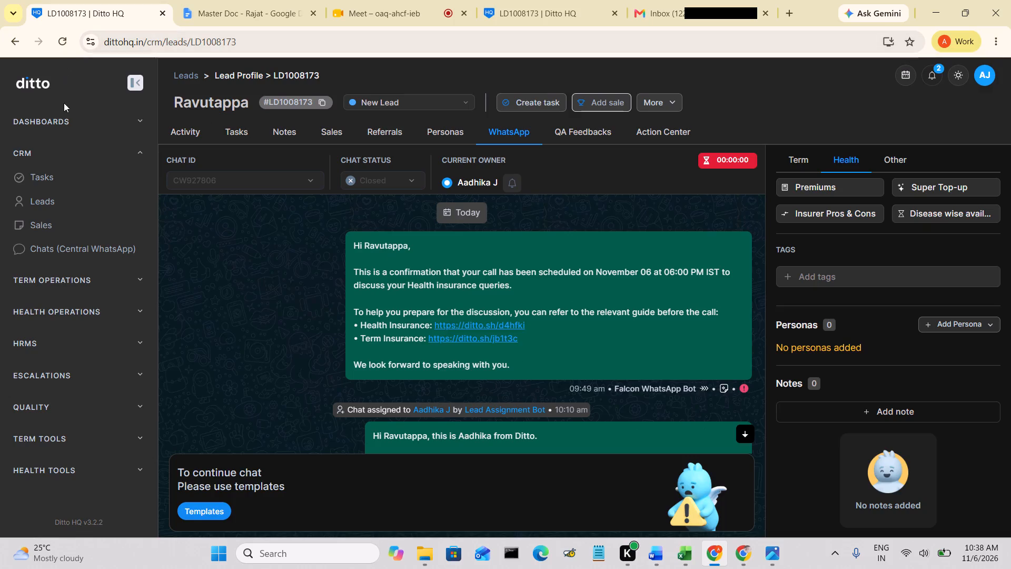
Open the CRM Dashboard and reload it to check today's priorities.
{"action": "left_click", "coordinate": [65, 121]}
{"action": "left_click", "coordinate": [63, 148]}
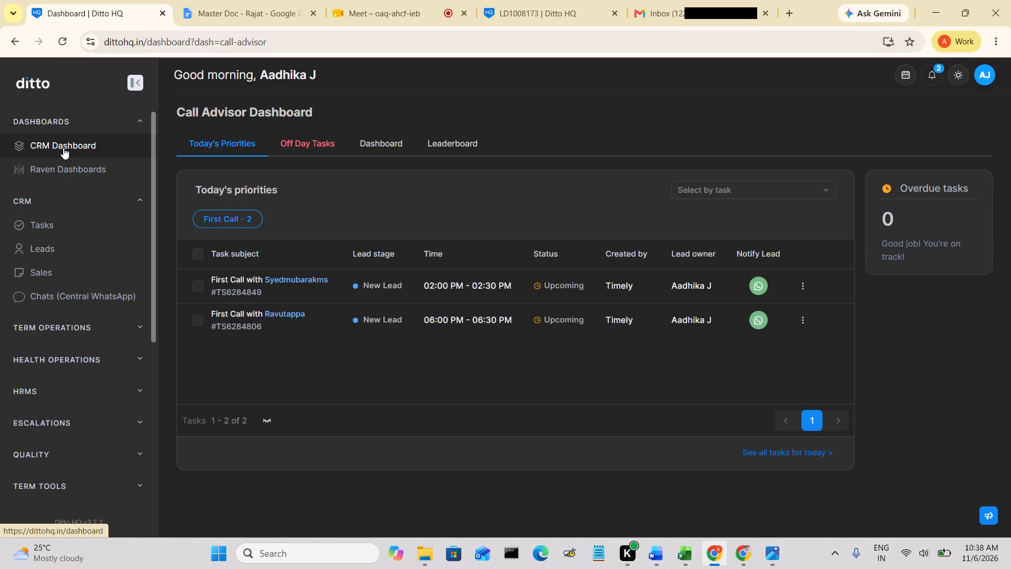
{"action": "left_click", "coordinate": [55, 43]}
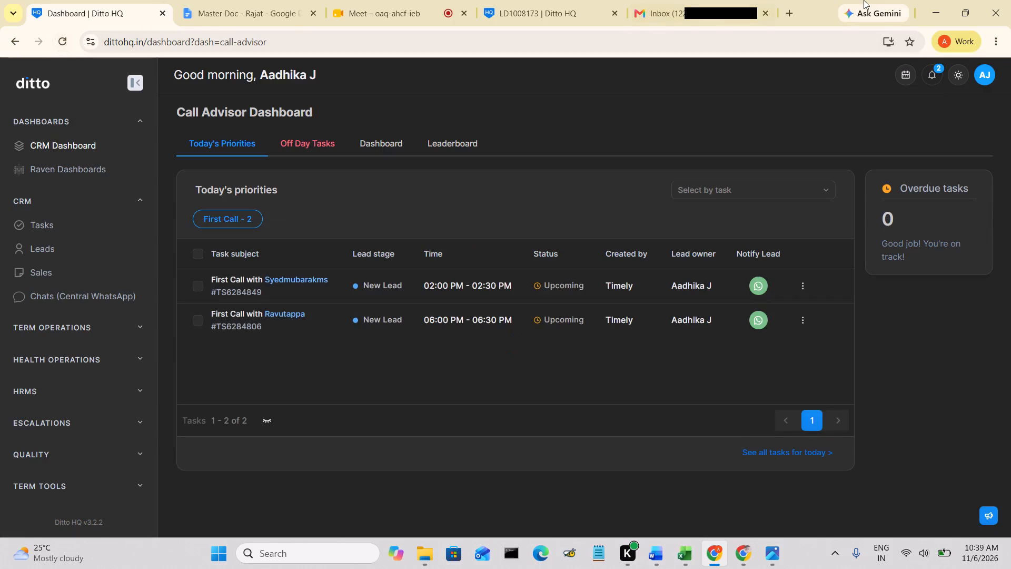
Open the CRM notifications to check the recent alerts.
{"action": "left_click", "coordinate": [935, 74]}
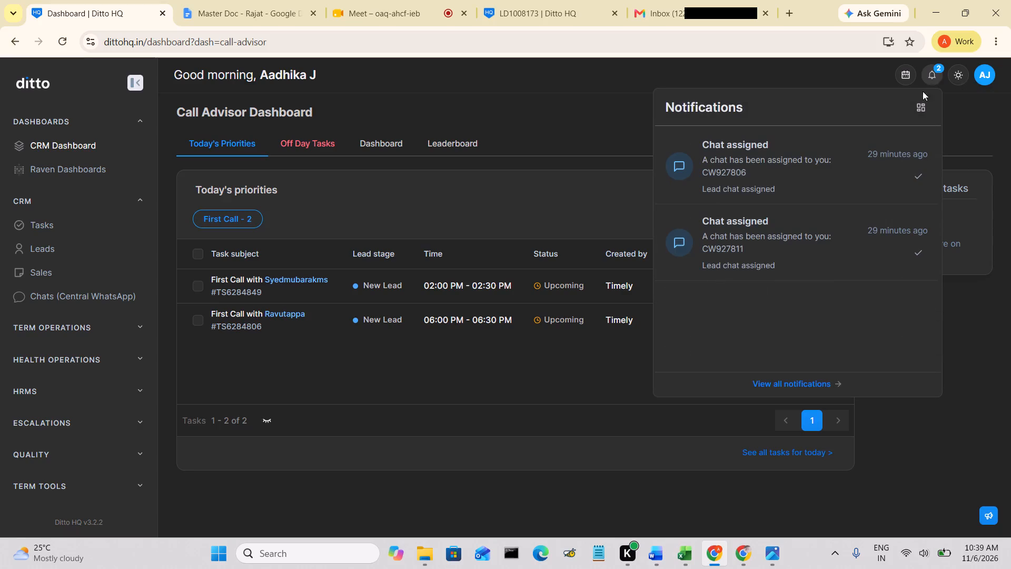
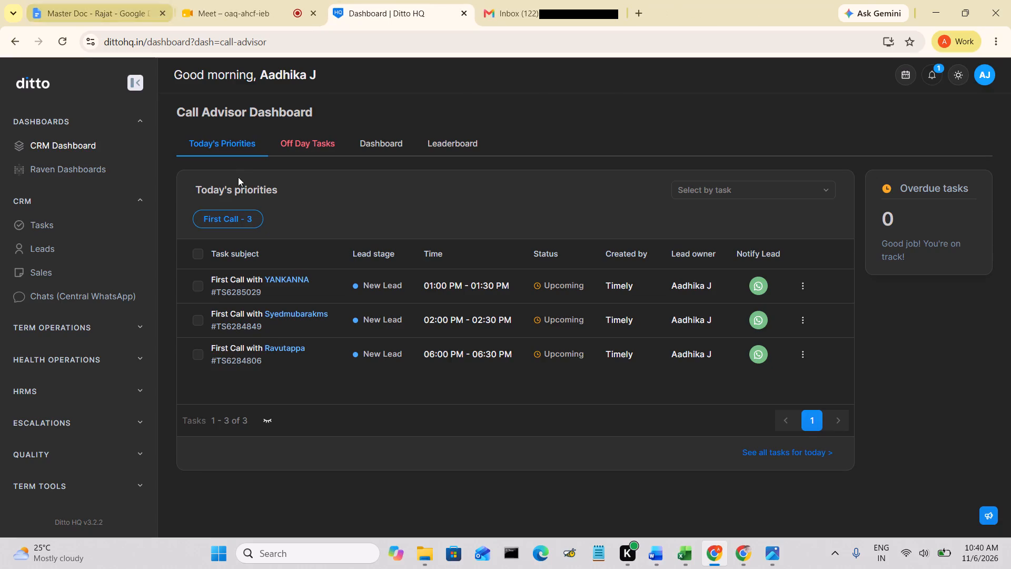
In the Ditto HQ dashboard in Chrome, open the lead profile for today's 01:00 PM - 01:30 PM First Call task.
{"action": "left_click", "coordinate": [282, 273]}
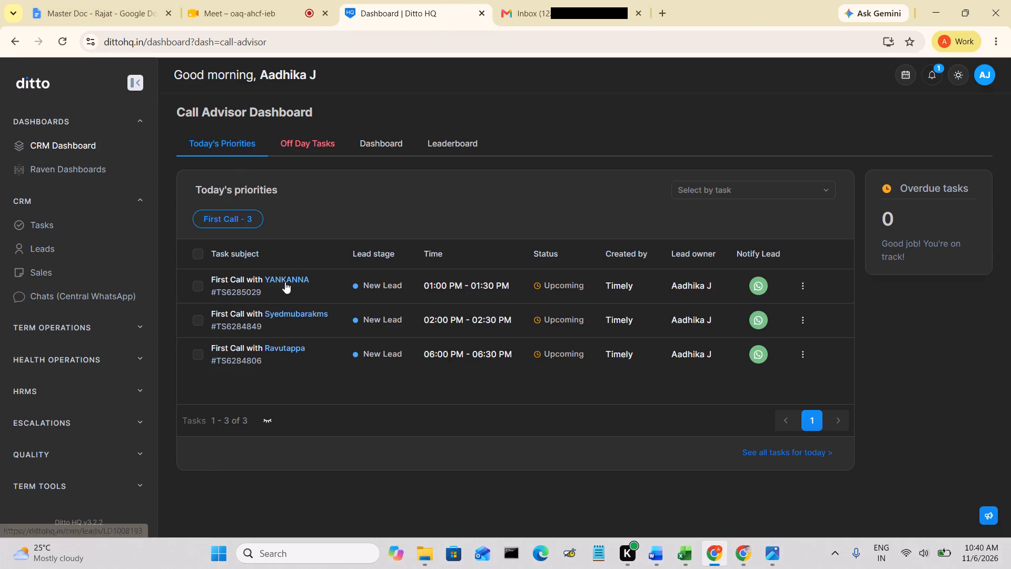
{"action": "left_click", "coordinate": [285, 282]}
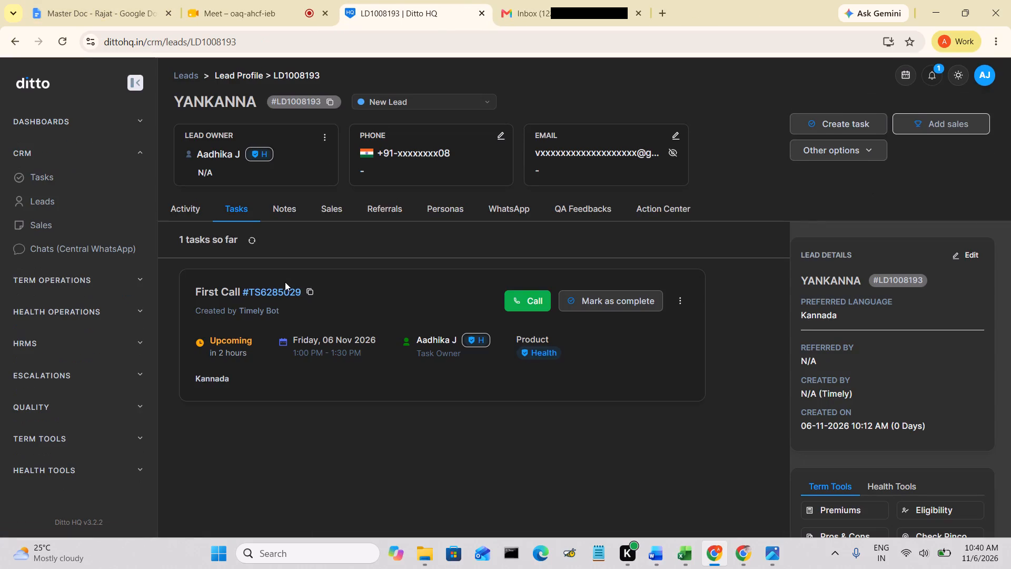
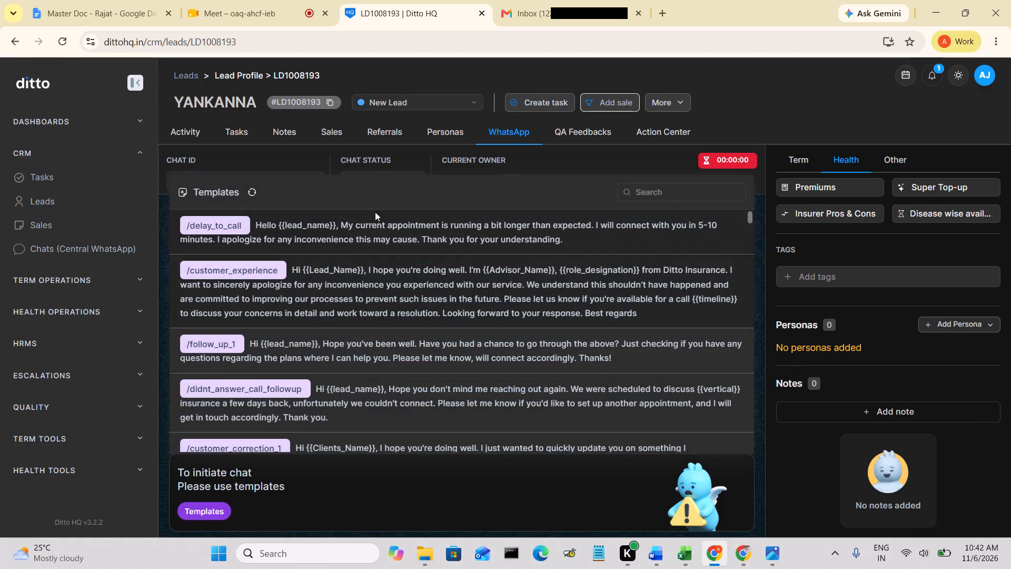
Search the lead's WhatsApp templates for "mor" and choose the /morning_message template.
{"action": "left_click", "coordinate": [655, 190]}
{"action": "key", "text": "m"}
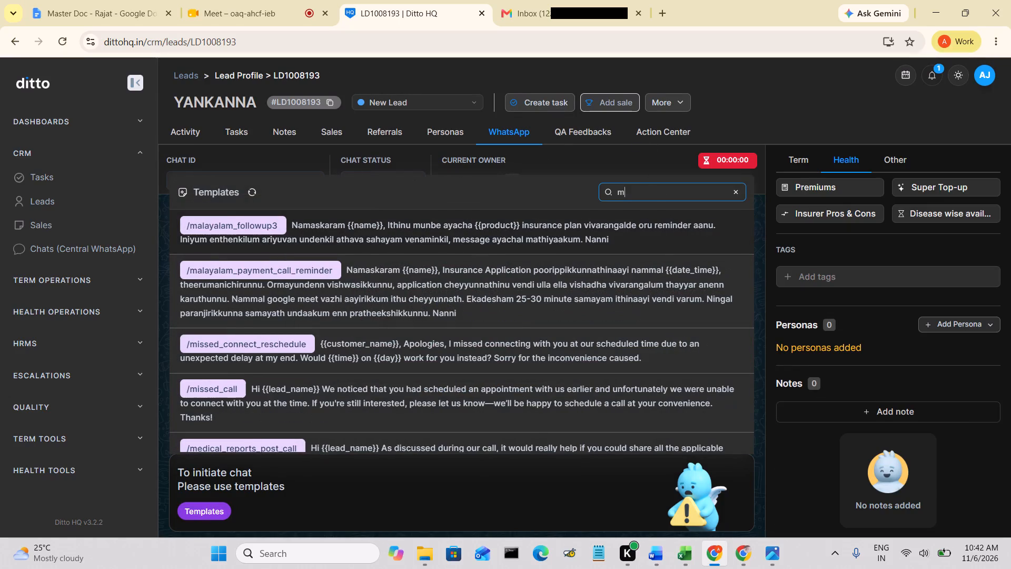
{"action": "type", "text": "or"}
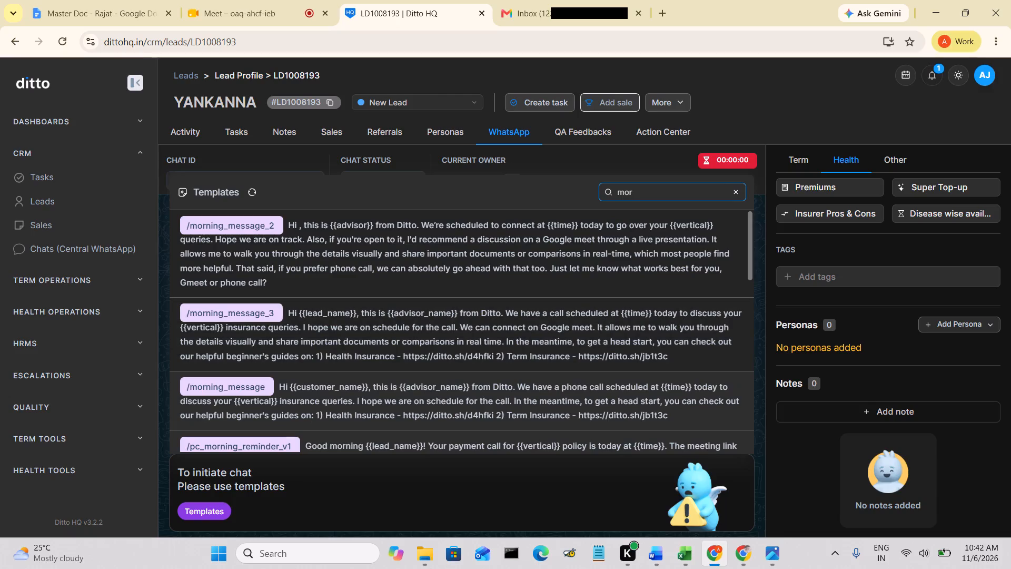
{"action": "left_click", "coordinate": [521, 401]}
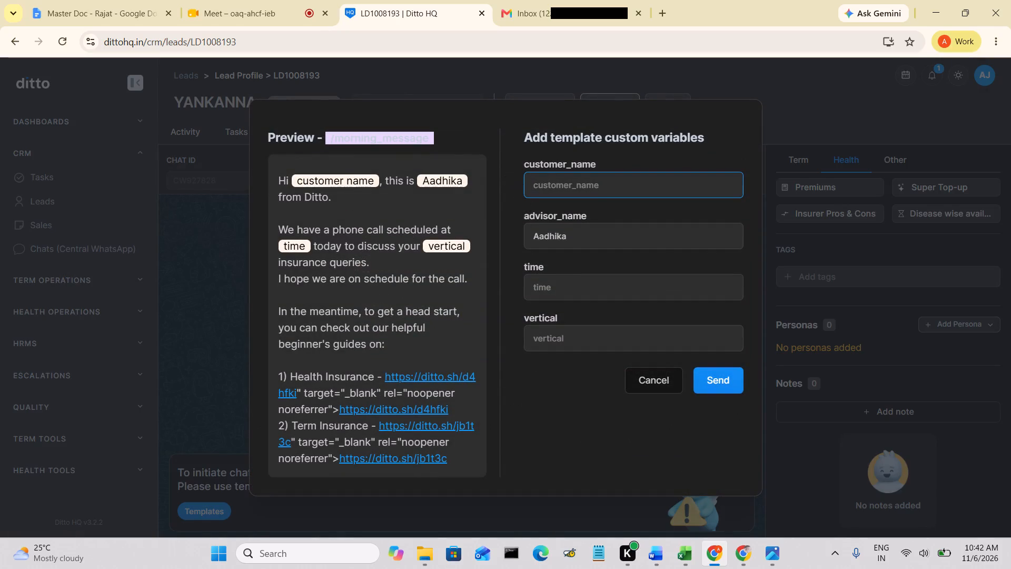
Fill the template variables with the lead's name, time 1:00pm and vertical health, and send the WhatsApp message.
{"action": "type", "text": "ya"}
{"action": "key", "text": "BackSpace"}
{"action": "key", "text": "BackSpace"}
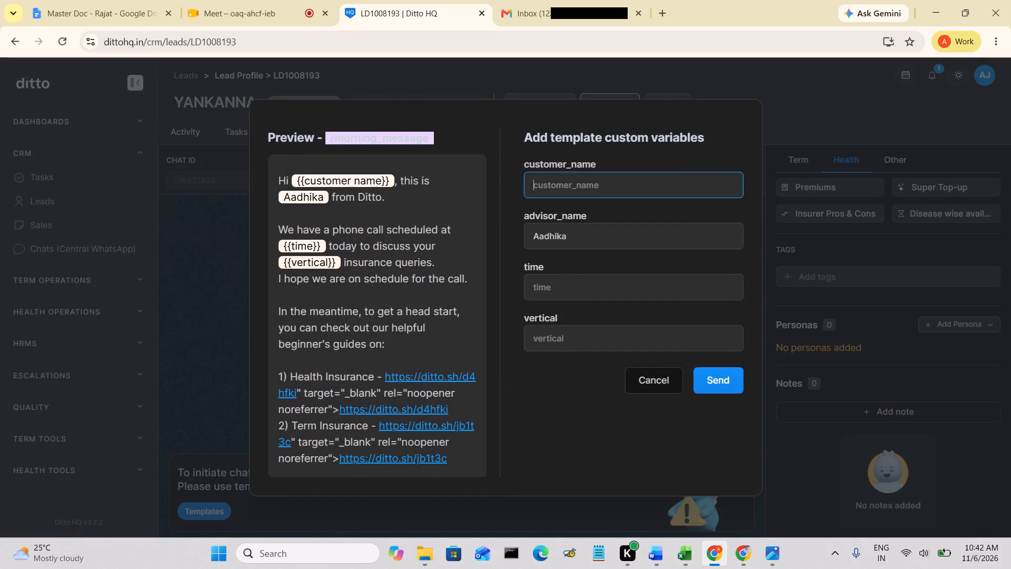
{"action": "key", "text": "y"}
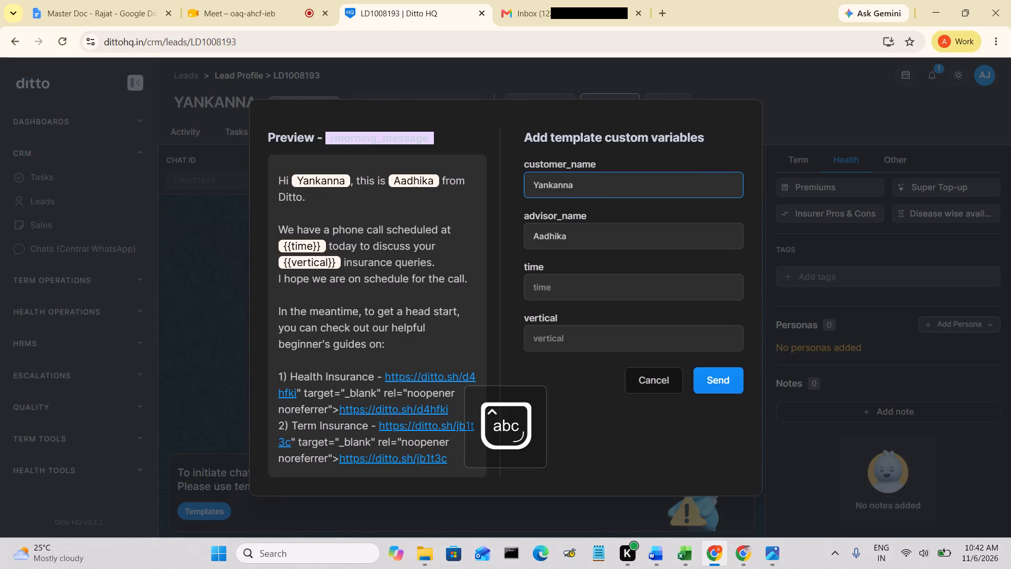
{"action": "left_click", "coordinate": [580, 292]}
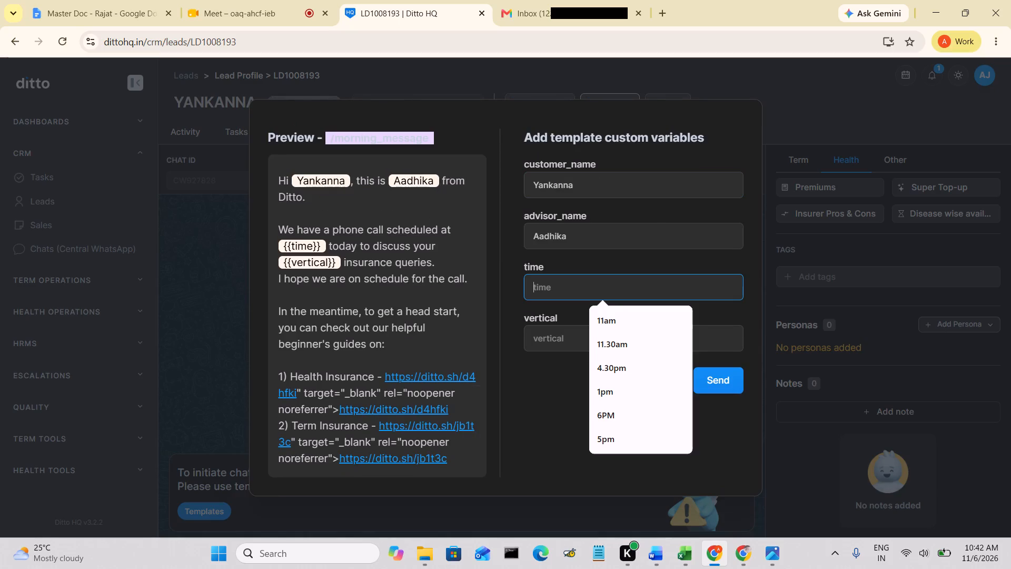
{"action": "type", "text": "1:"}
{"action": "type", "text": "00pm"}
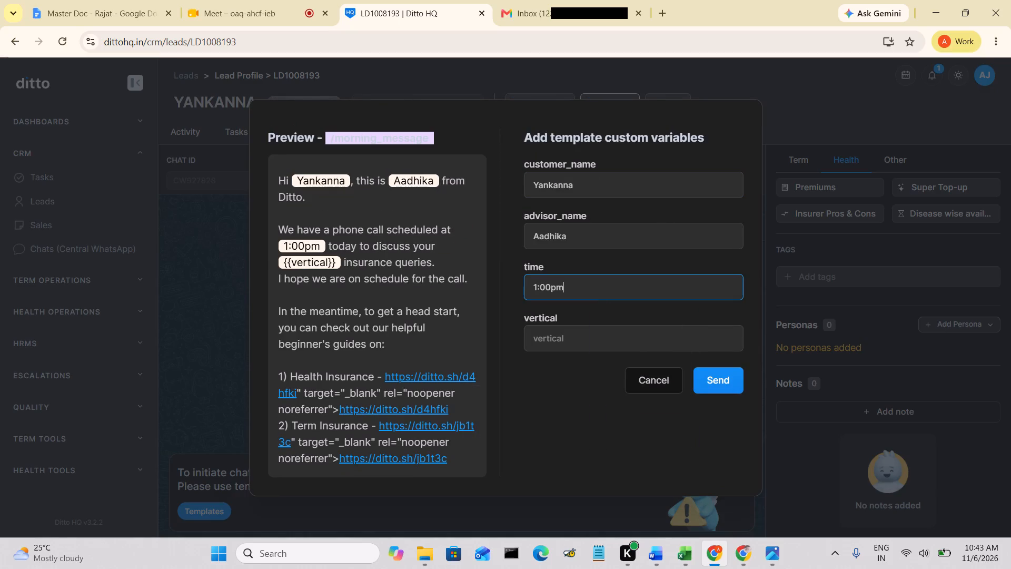
{"action": "left_click", "coordinate": [569, 340]}
{"action": "left_click", "coordinate": [623, 378]}
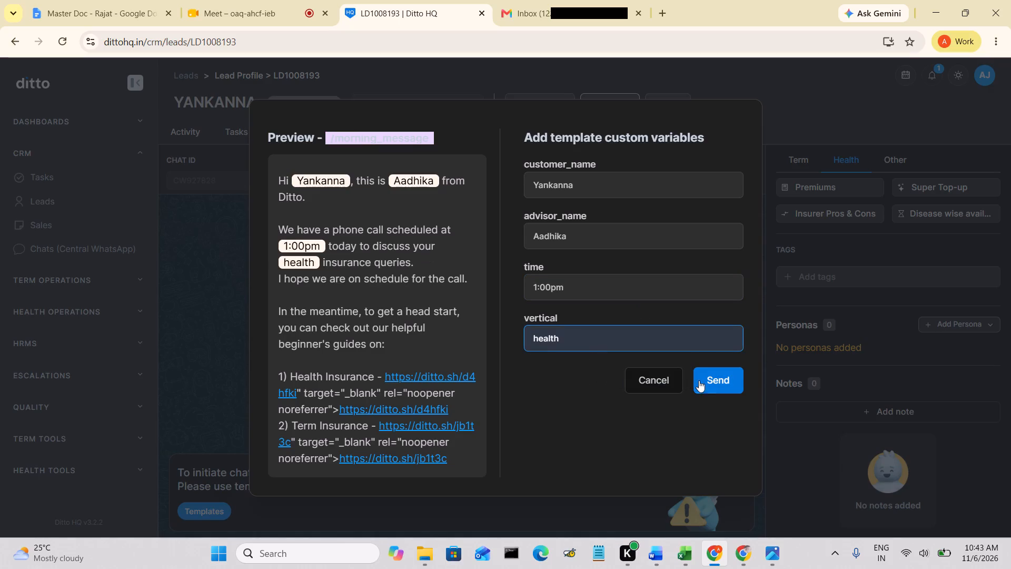
{"action": "left_click", "coordinate": [709, 383]}
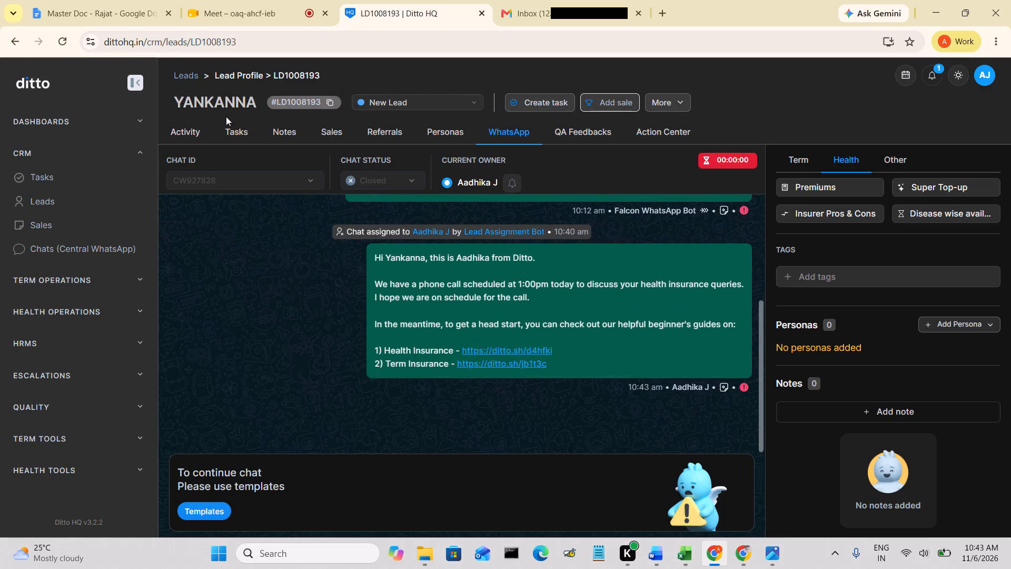
From the lead profile's Tasks view, reveal the lead's email address and copy it from the Edit Email form.
{"action": "left_click", "coordinate": [230, 129]}
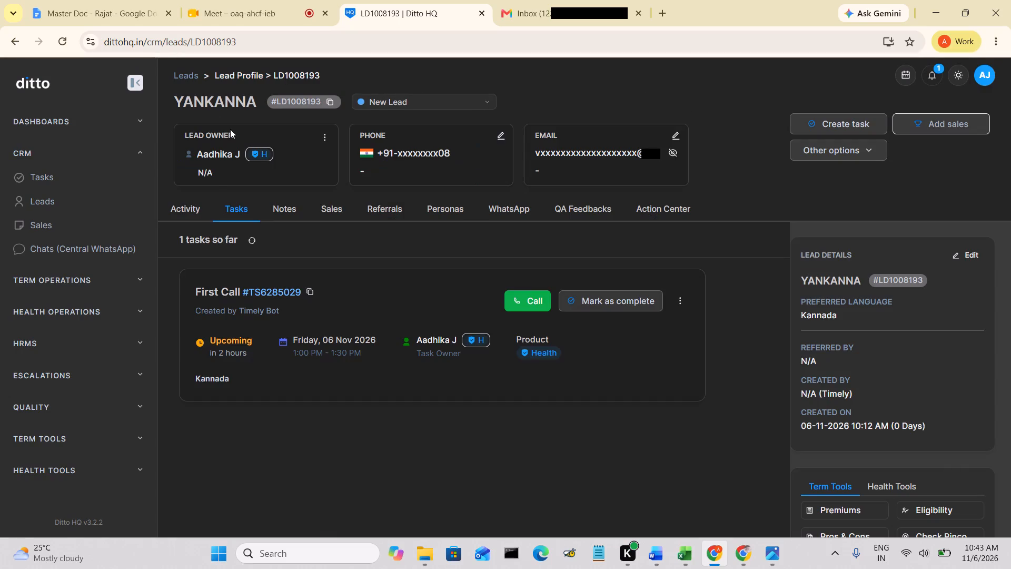
{"action": "left_click", "coordinate": [670, 151]}
{"action": "left_click", "coordinate": [673, 136]}
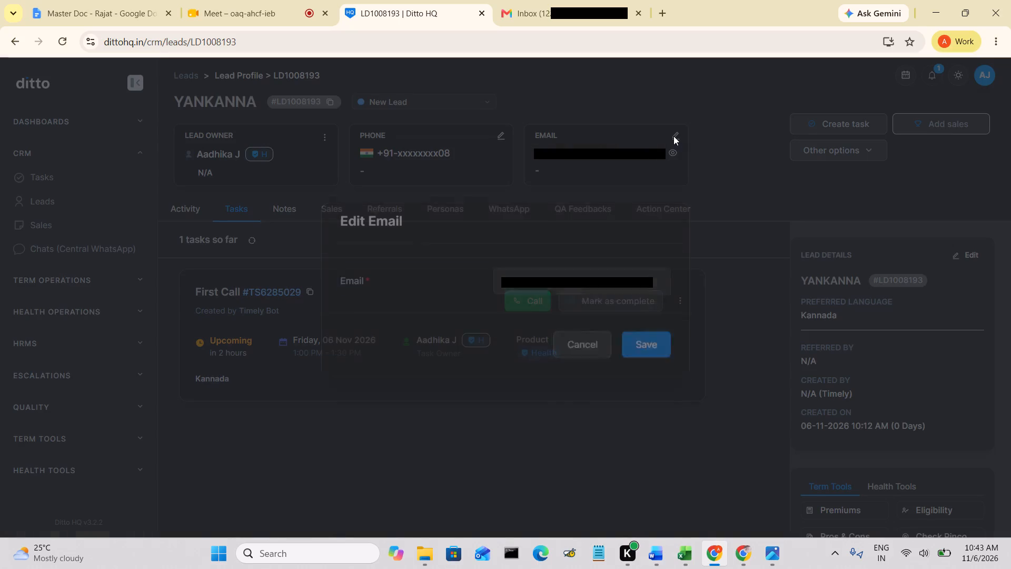
{"action": "left_click_drag", "start_coordinate": [656, 295], "coordinate": [406, 296]}
{"action": "key", "text": "ctrl+c"}
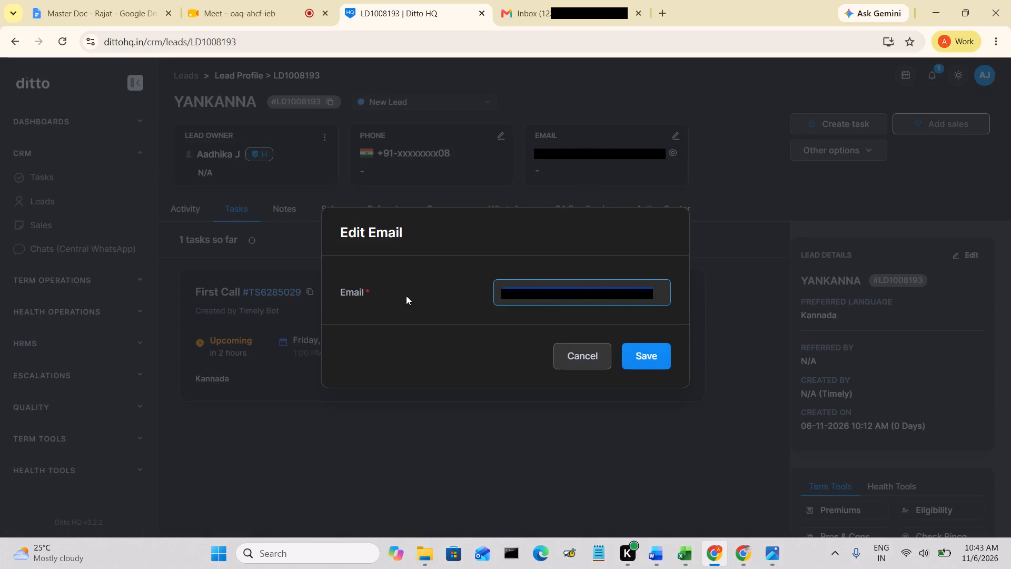
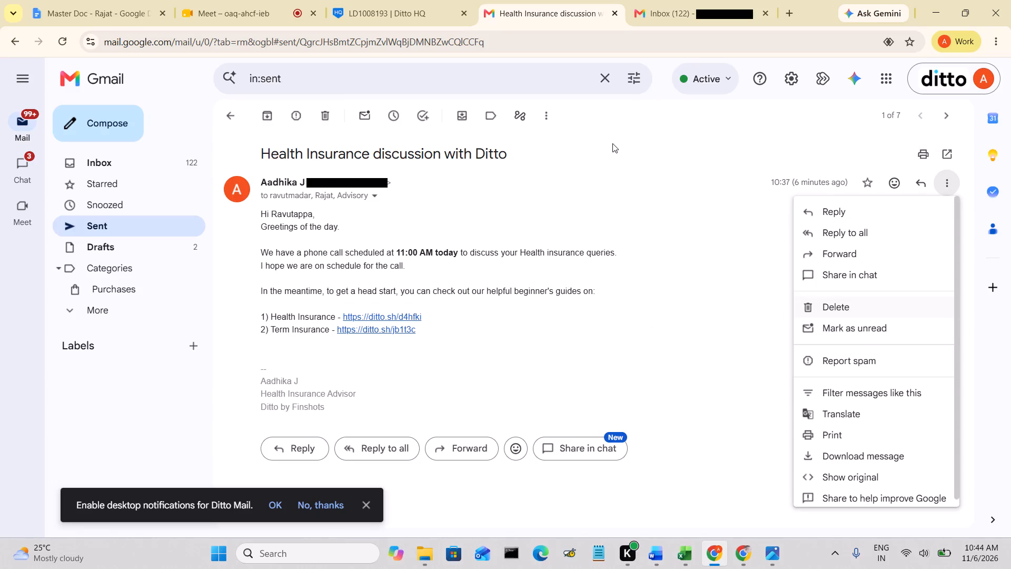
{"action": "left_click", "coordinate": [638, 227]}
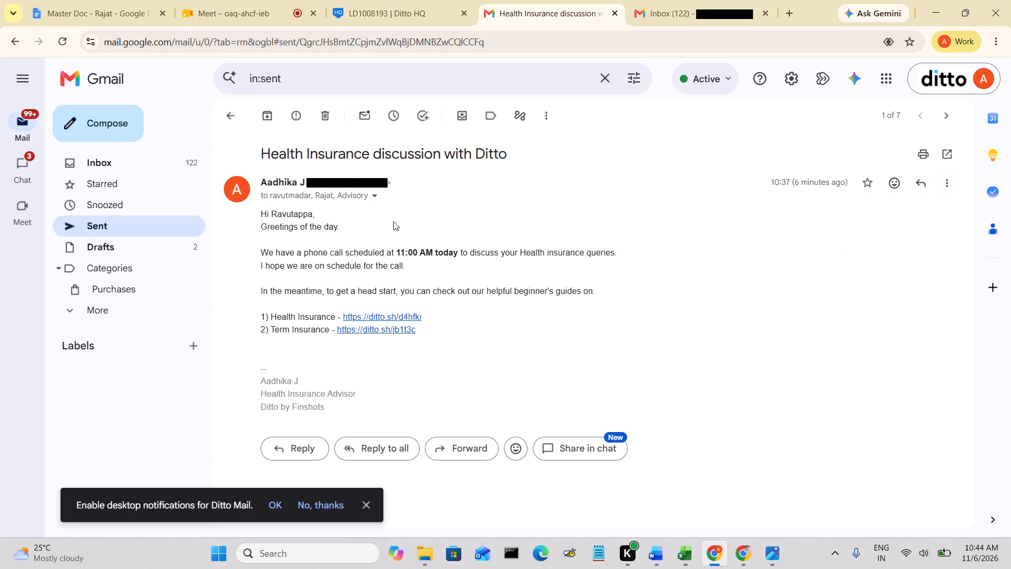
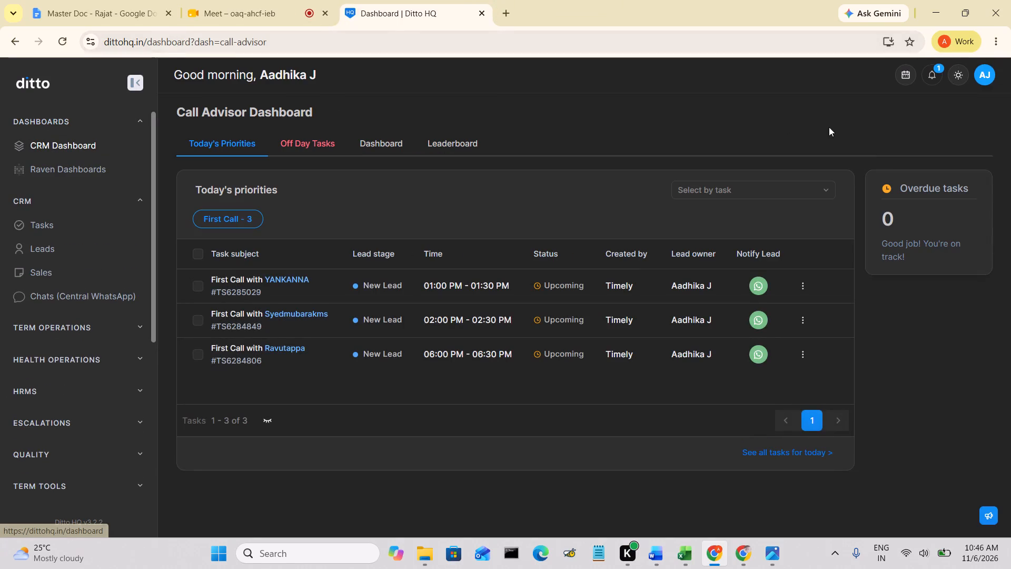
Check the unread notification on the Call Advisor Dashboard and close the notifications list.
{"action": "left_click", "coordinate": [936, 69]}
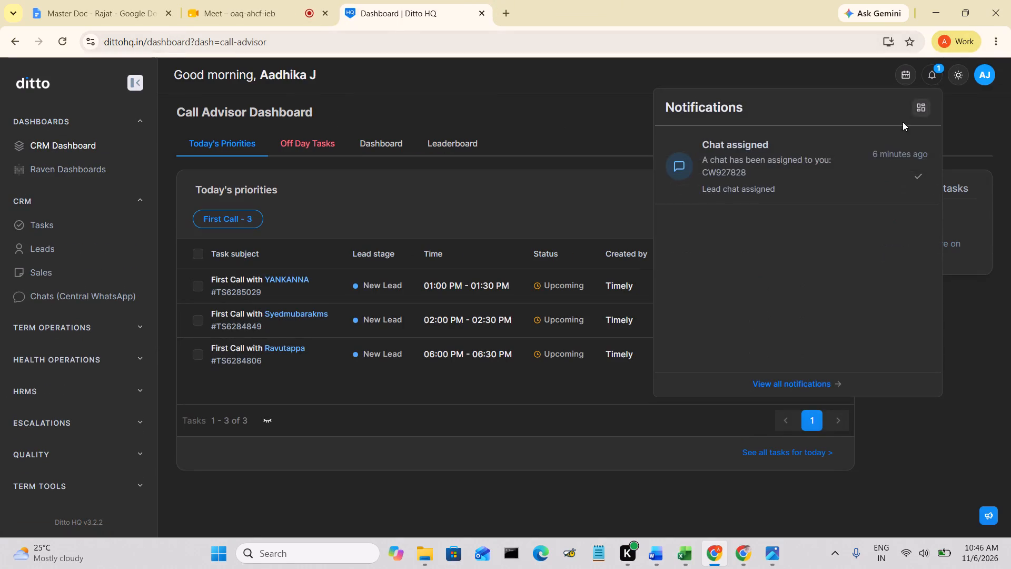
{"action": "left_click", "coordinate": [968, 137]}
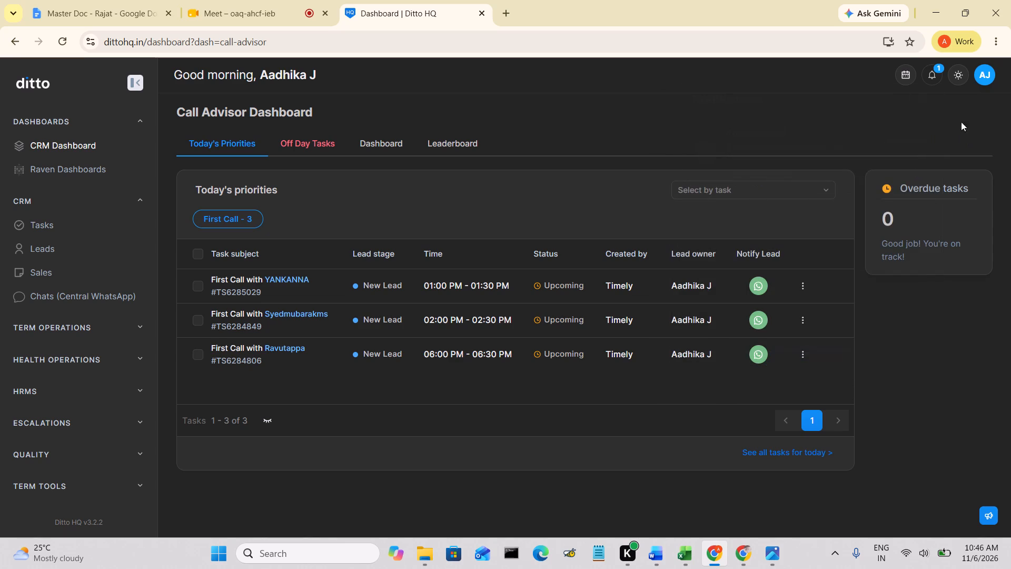
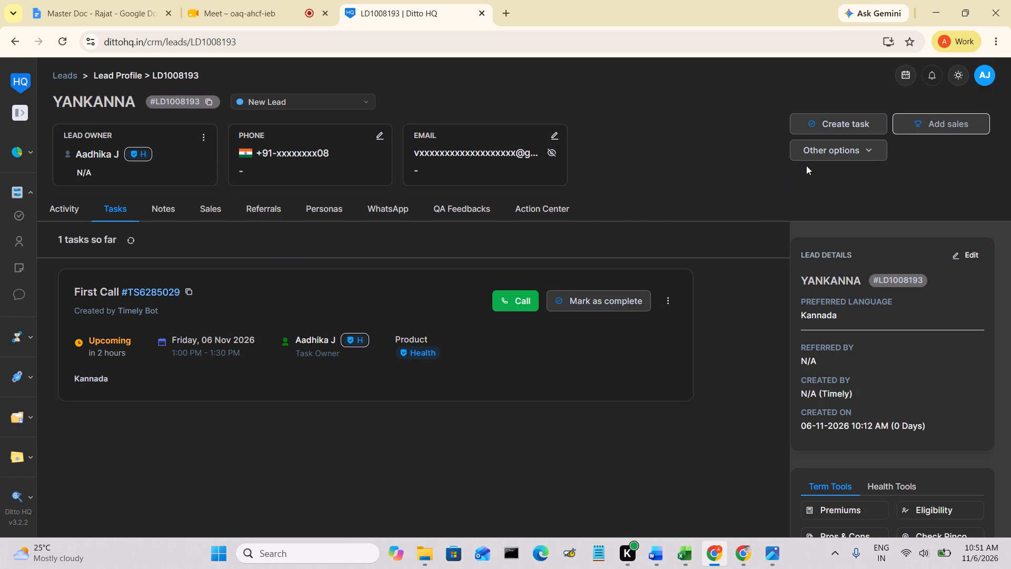
Check the lead's other options, then open a new task form and examine the available task types without choosing one.
{"action": "left_click", "coordinate": [820, 152]}
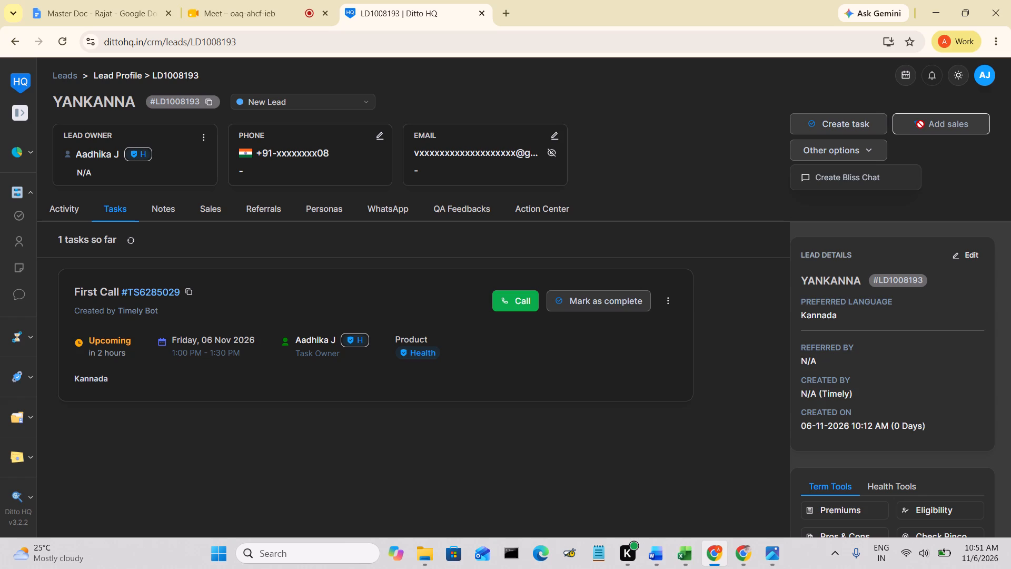
{"action": "left_click", "coordinate": [845, 124]}
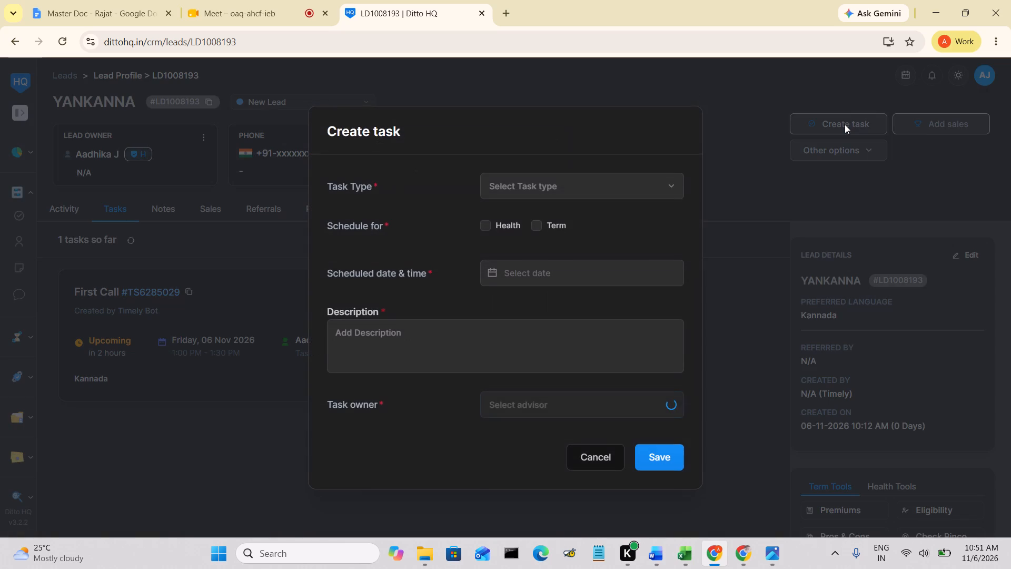
{"action": "left_click", "coordinate": [665, 180]}
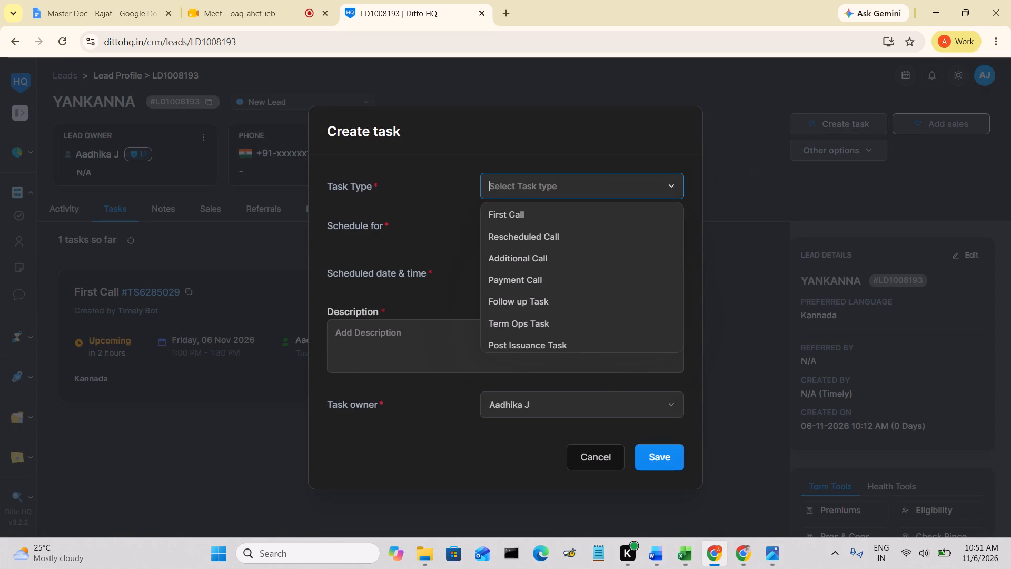
{"action": "scroll", "coordinate": [593, 274], "scroll_direction": "down", "scroll_amount": 2}
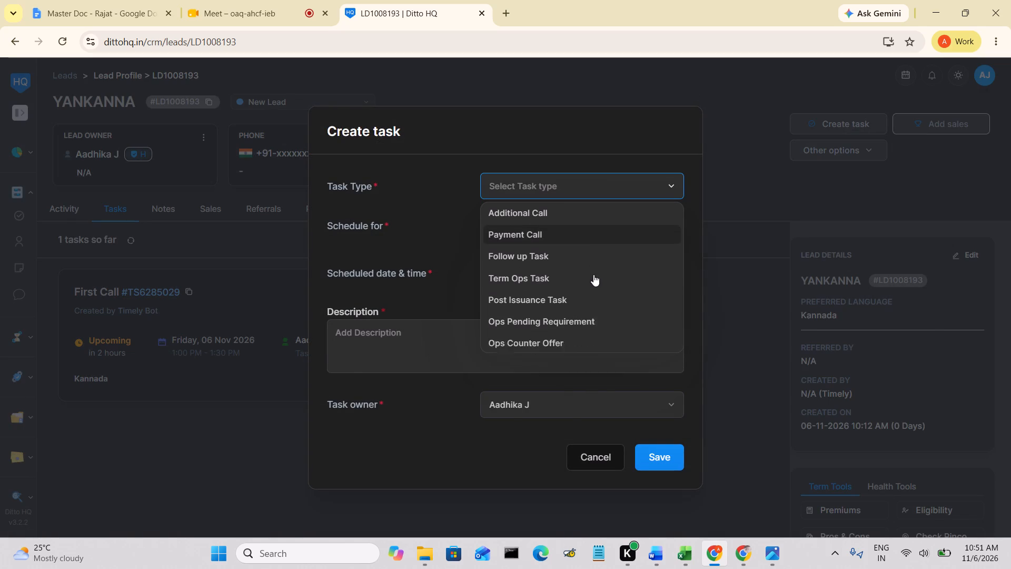
{"action": "scroll", "coordinate": [593, 274], "scroll_direction": "down", "scroll_amount": 4}
{"action": "scroll", "coordinate": [593, 274], "scroll_direction": "up", "scroll_amount": 6}
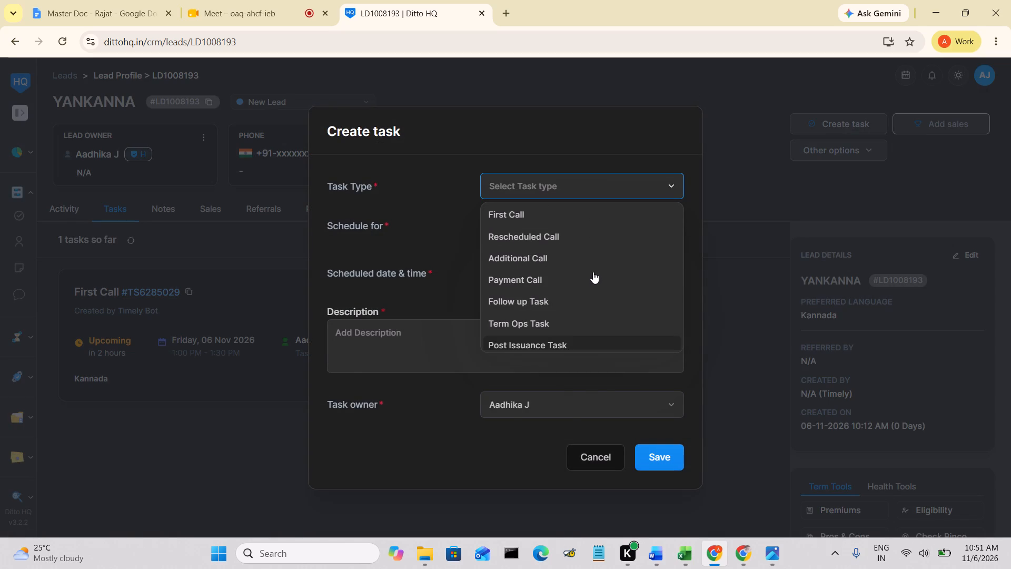
{"action": "left_click", "coordinate": [397, 74]}
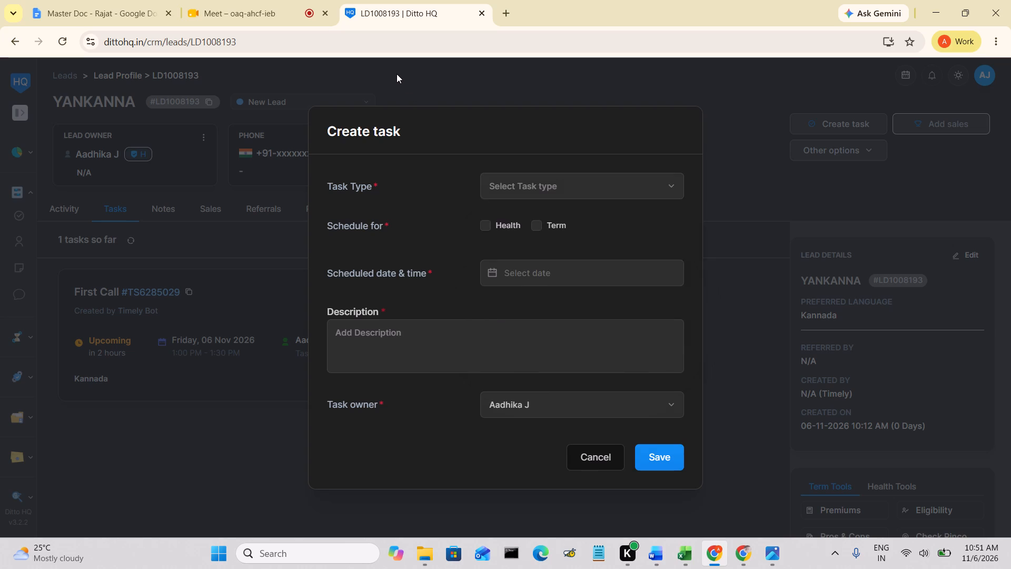